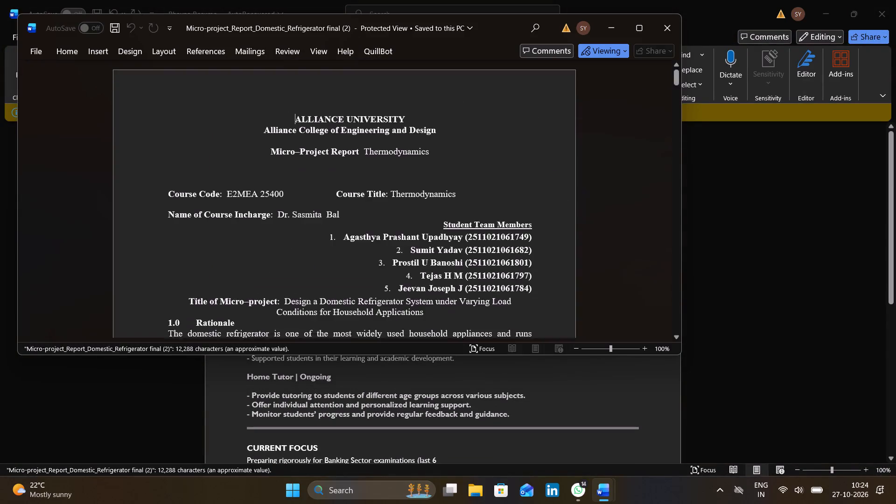
Remove the "Title of Micro–project:" label in front of the project title on the first page, keeping the title centred.
left_click(630, 28)
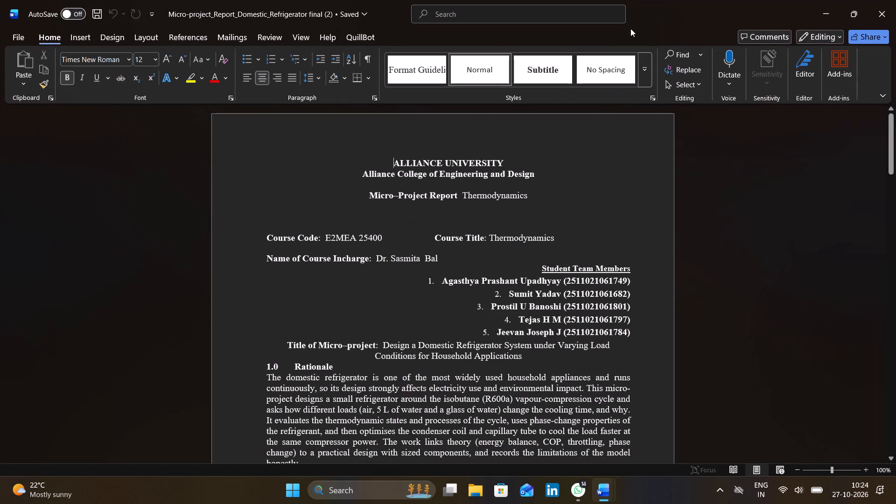
scroll(496, 305, "down", 1)
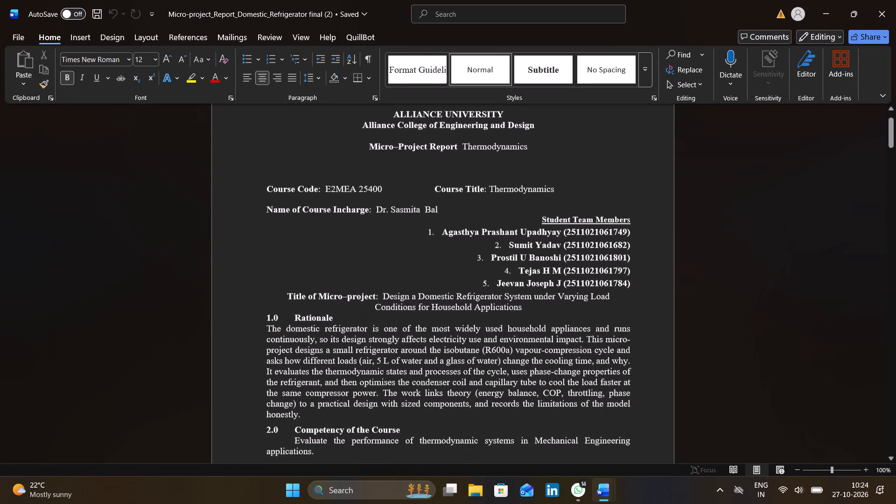
scroll(496, 305, "down", 1)
scroll(474, 294, "up", 1)
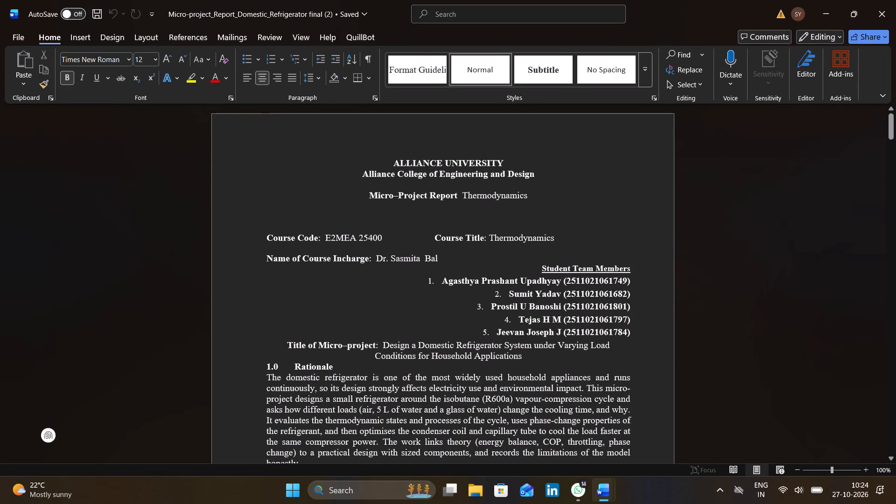
left_click(379, 346)
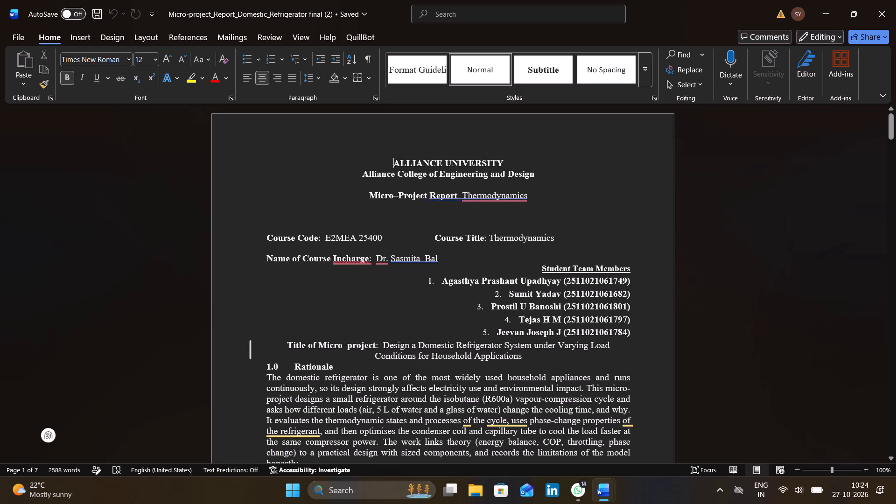
key("BackSpace")
key("BackSpace")
key("BackSpace")
key("BackSpace")
key("BackSpace")
key("BackSpace")
key("BackSpace")
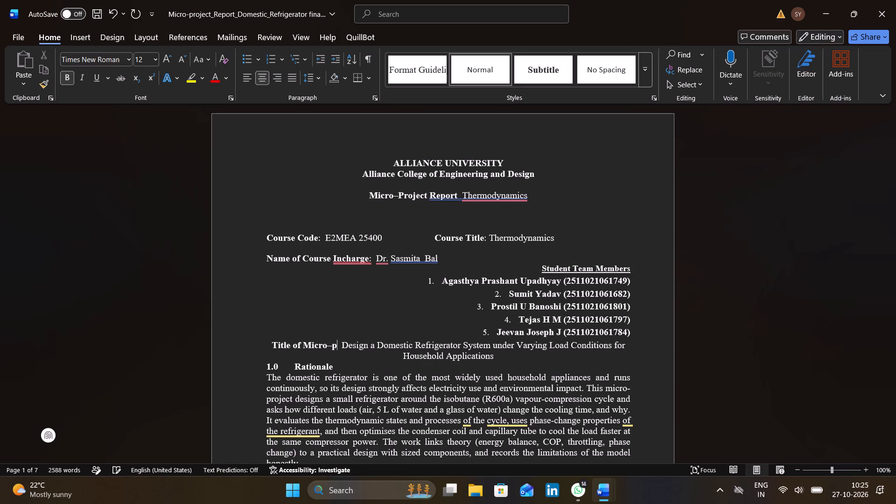
key("BackSpace")
key("BackSpace")
key("BackSpace")
key("BackSpace")
key("BackSpace")
key("BackSpace")
key("BackSpace")
key("BackSpace")
key("BackSpace")
key("BackSpace")
key("BackSpace")
key("BackSpace")
key("BackSpace")
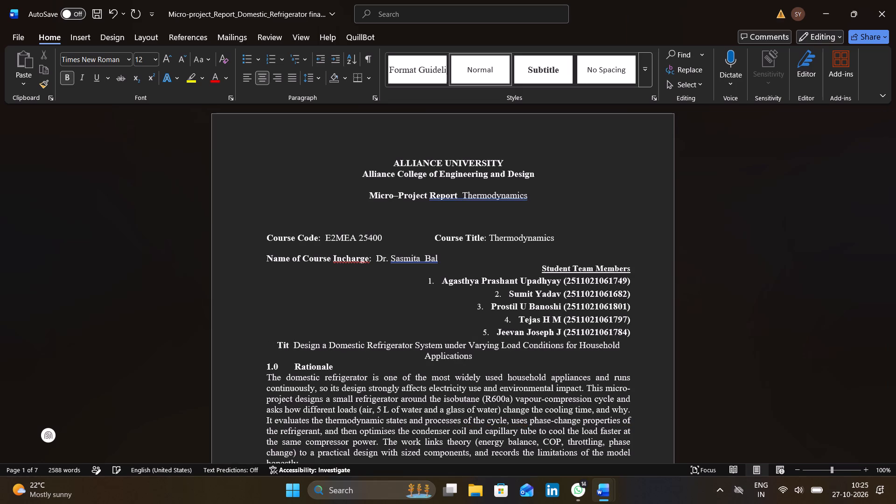
key("BackSpace")
key("BackSpace")
key("BackSpace")
key("BackSpace")
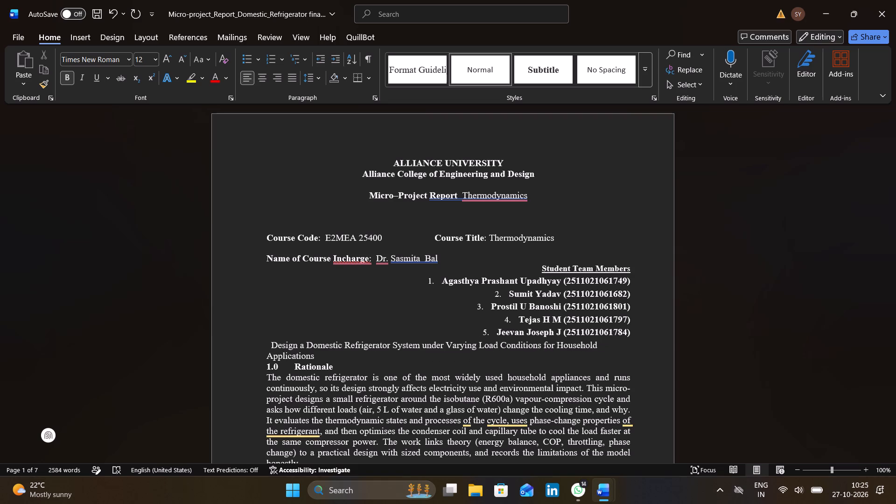
key("ctrl+z")
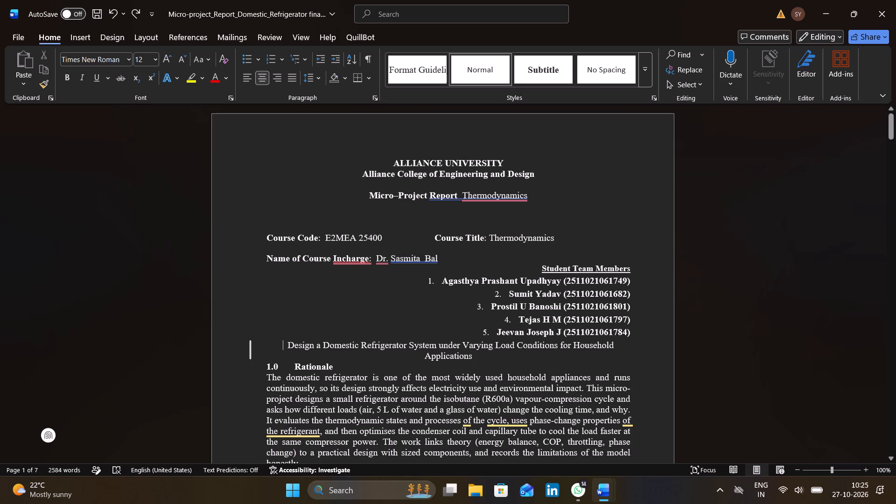
Make the project title "Design a Domestic Refrigerator System under Varying Load Conditions for Household Applications" bold.
left_click_drag(471, 356, 294, 348)
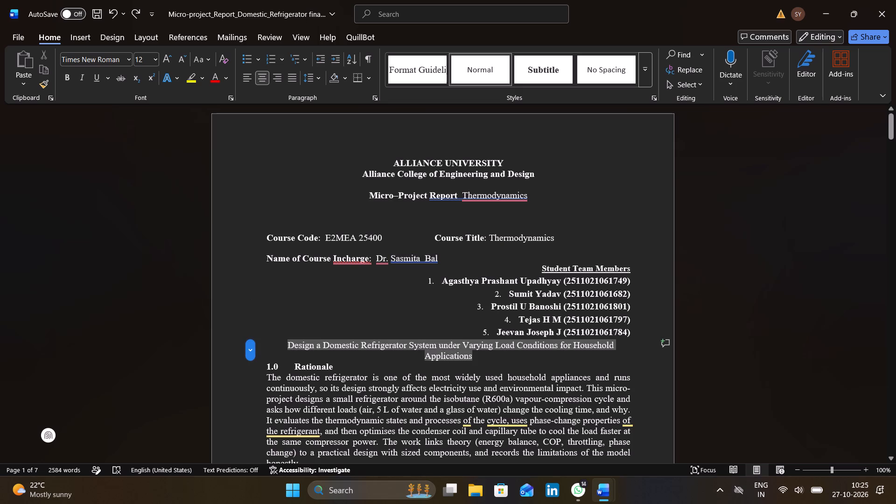
left_click_drag(294, 348, 293, 348)
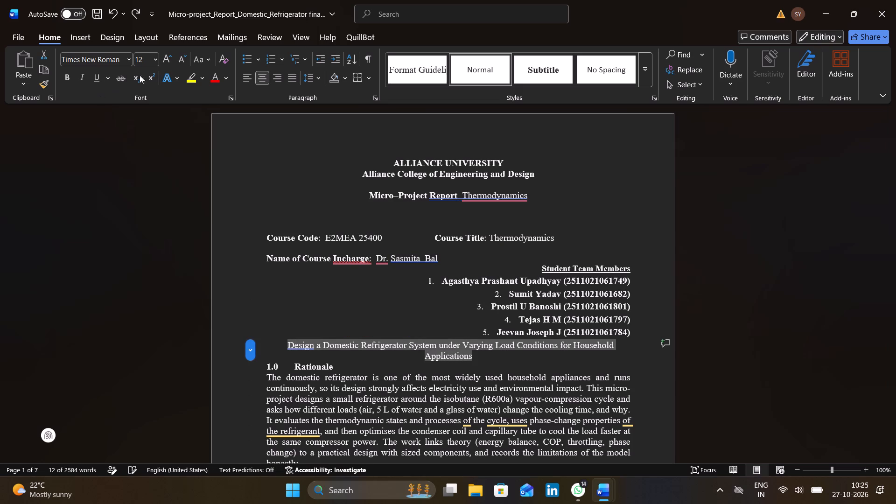
left_click(64, 77)
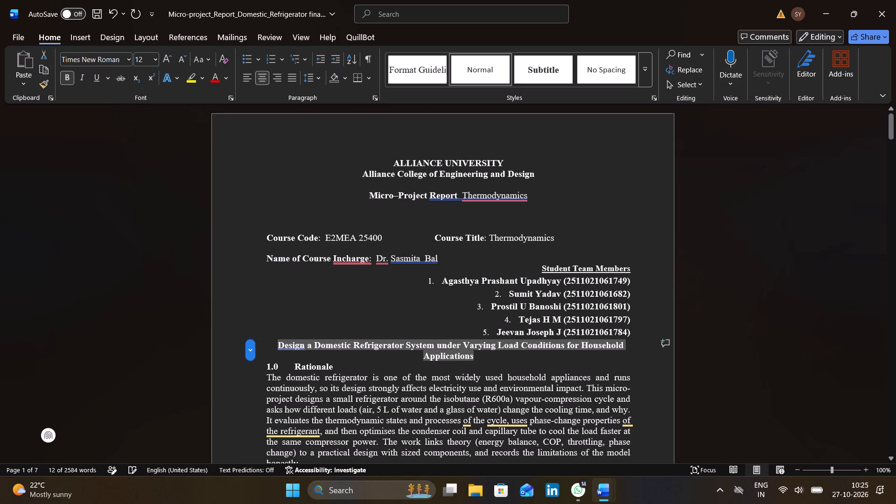
left_click(260, 285)
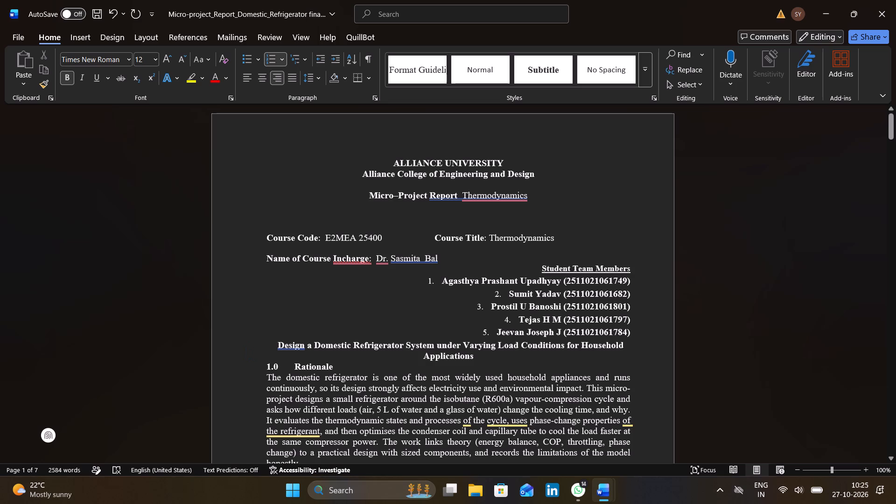
Insert an unnumbered blank line between the last student team member and the project title.
left_click(634, 336)
key("Return")
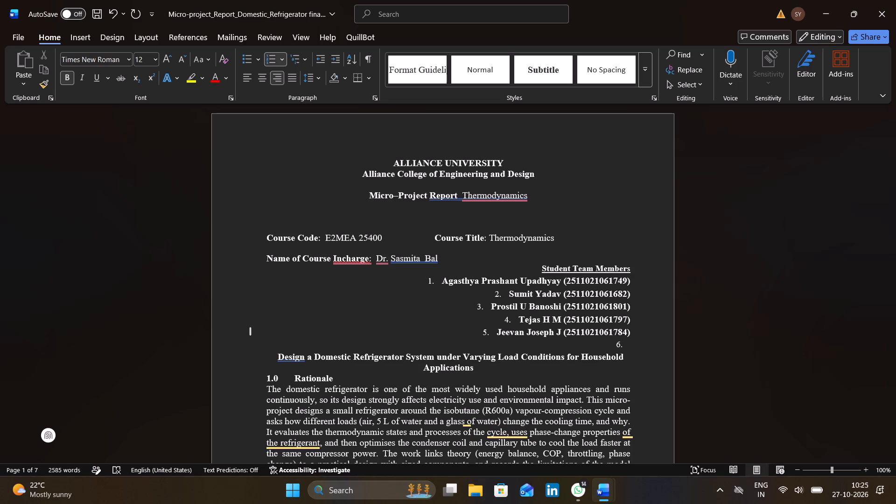
key("BackSpace")
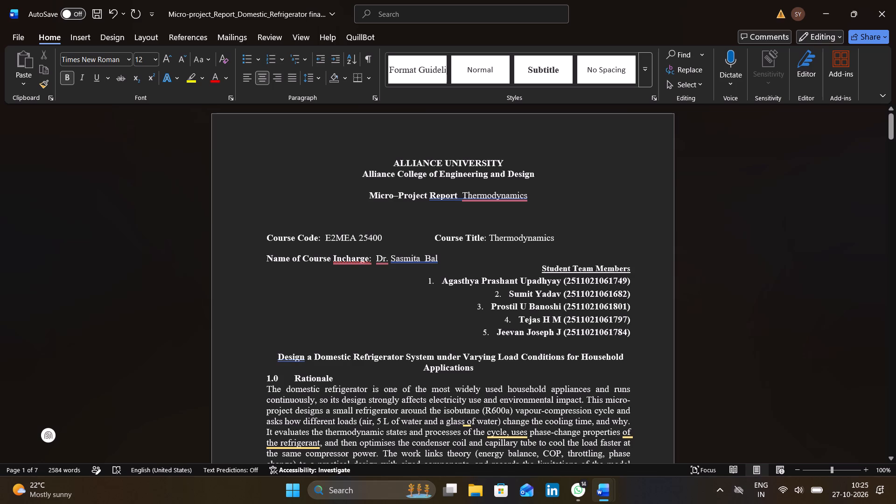
Shift "Course Title: Thermodynamics" with spaces so it ends near the right margin, still on the Course Code line.
left_click(430, 252)
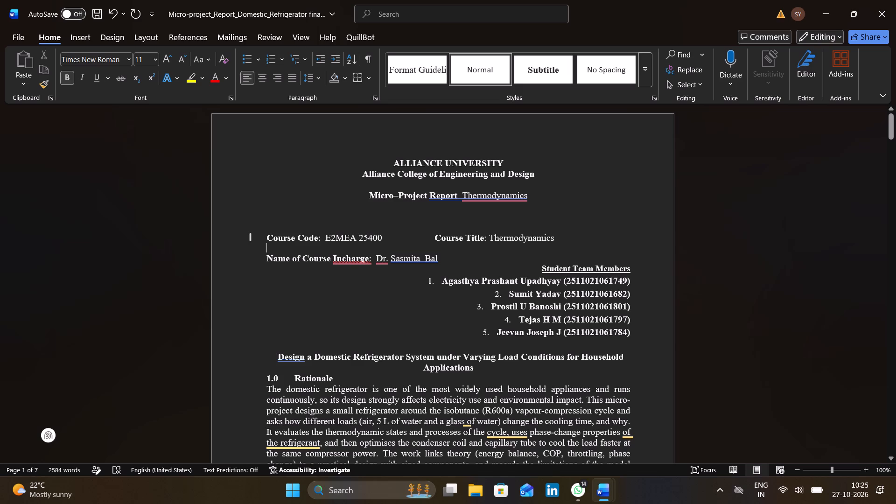
left_click(427, 238)
key("space")
key("space")
key("space")
key("space")
key("space")
key("space")
key("space")
key("space")
key("space")
key("space")
key("space")
key("space")
key("space")
key("space")
key("space")
key("space")
key("space")
key("space")
key("space")
key("space")
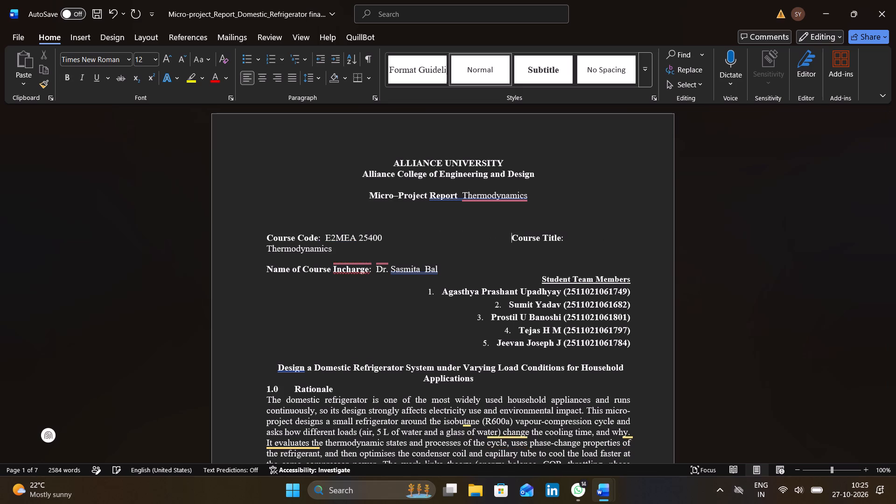
key("BackSpace")
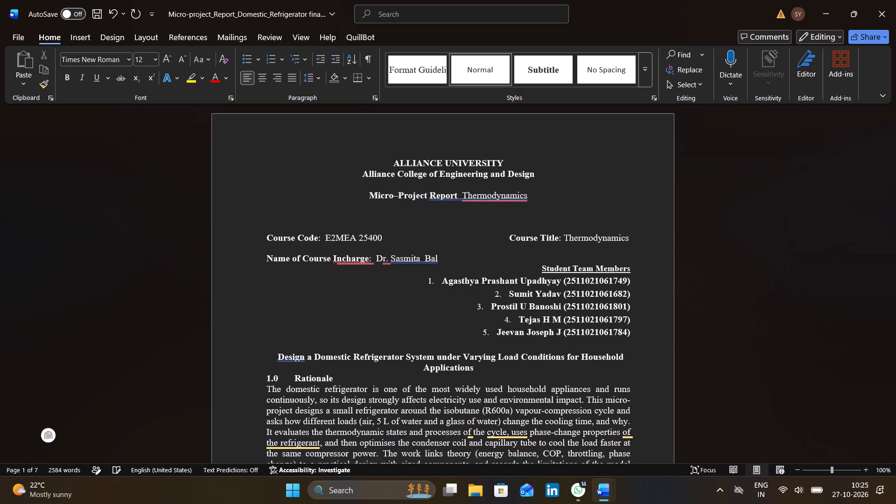
Look over the rest of the report through to the References section on the last page.
scroll(427, 238, "down", 7)
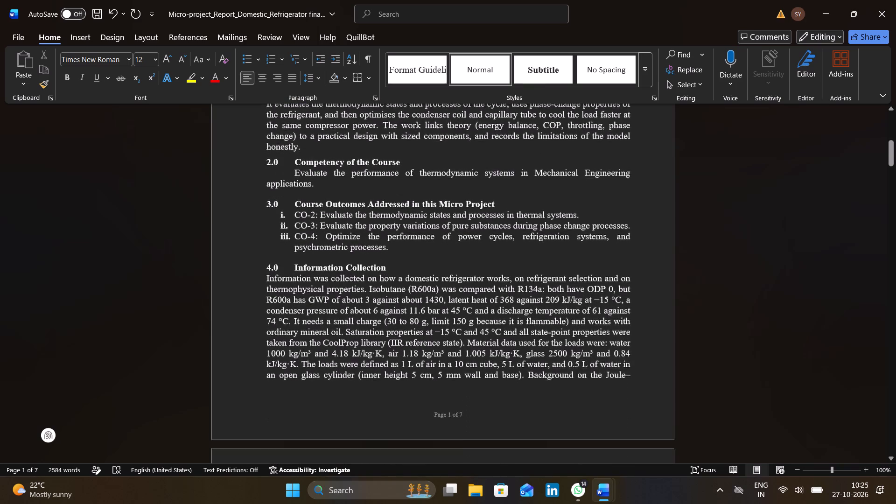
scroll(427, 238, "down", 7)
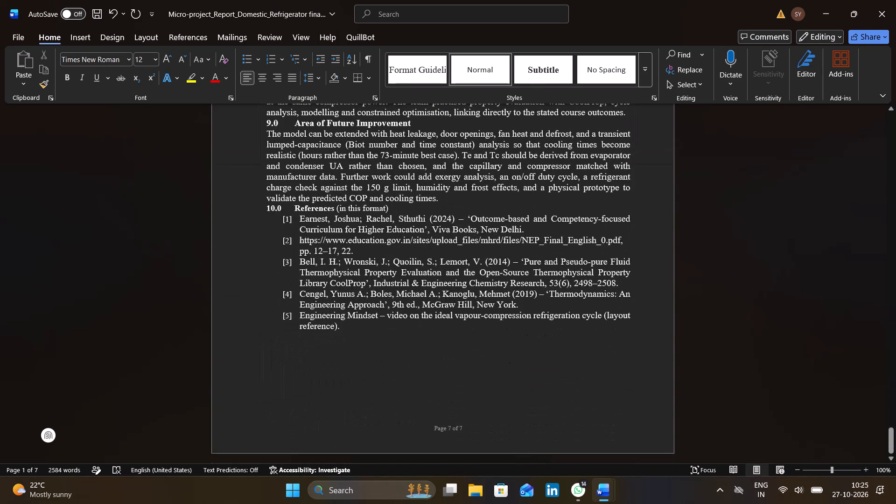
scroll(427, 238, "down", 1)
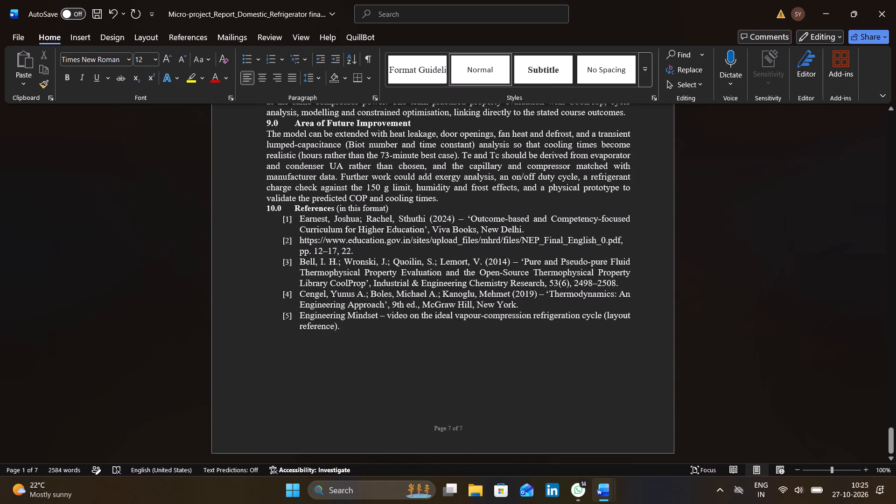
Share the report by attaching a copy as a Word document instead of uploading it to OneDrive.
left_click(870, 42)
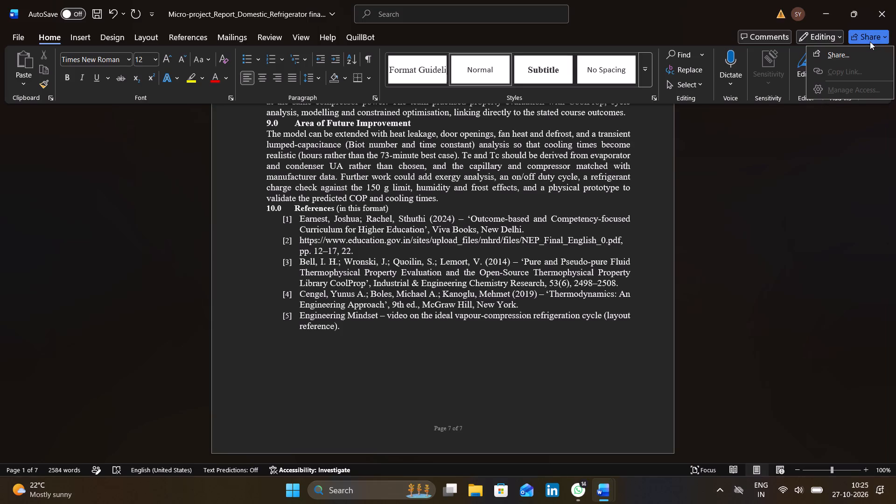
left_click(846, 51)
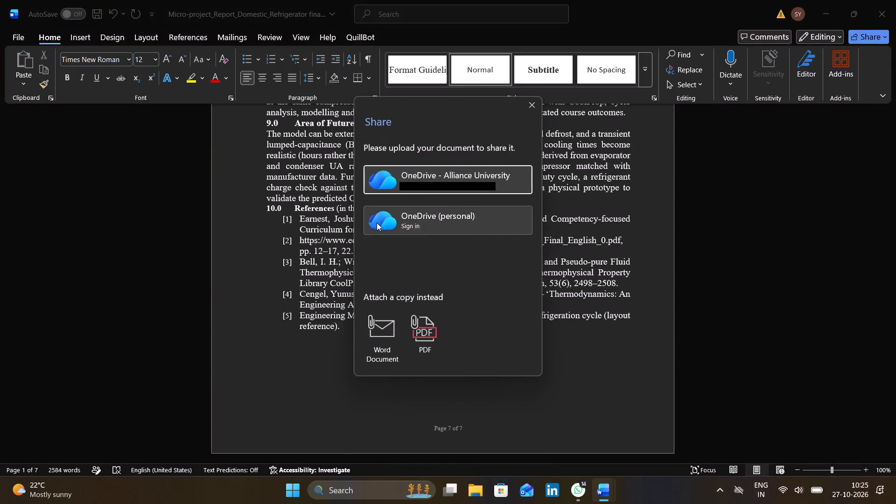
left_click(382, 336)
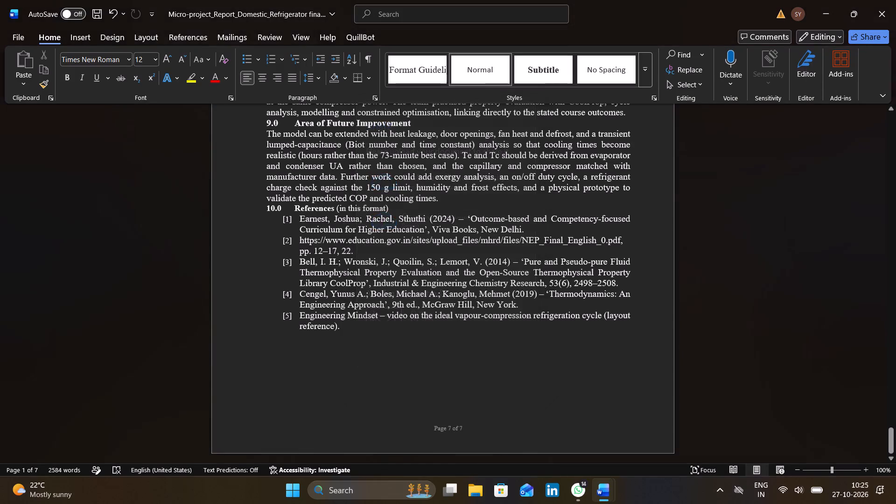
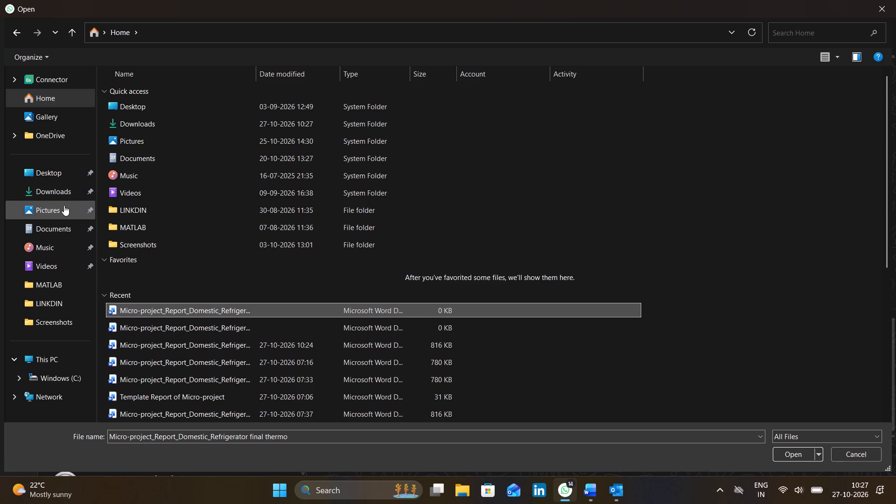
In WhatsApp's file picker, select the JE Final 30 July ME Thermodynamics PDF from the Downloads folder.
double_click(76, 196)
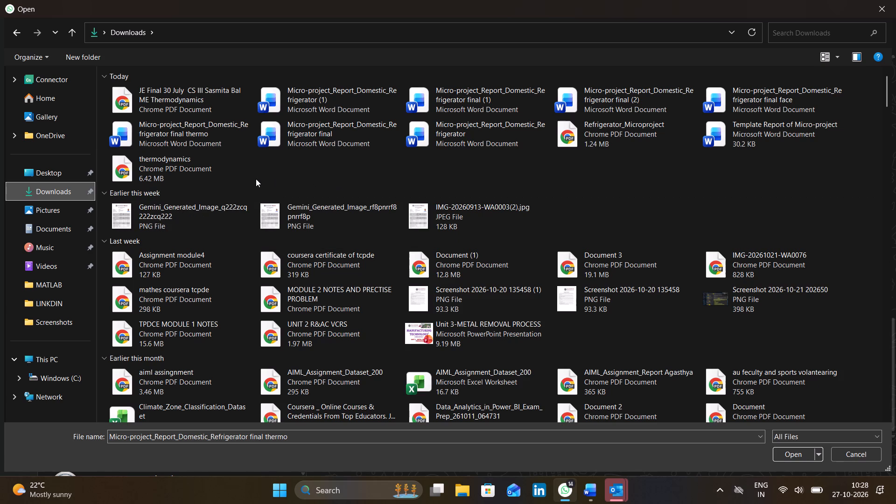
scroll(252, 180, "right", 1)
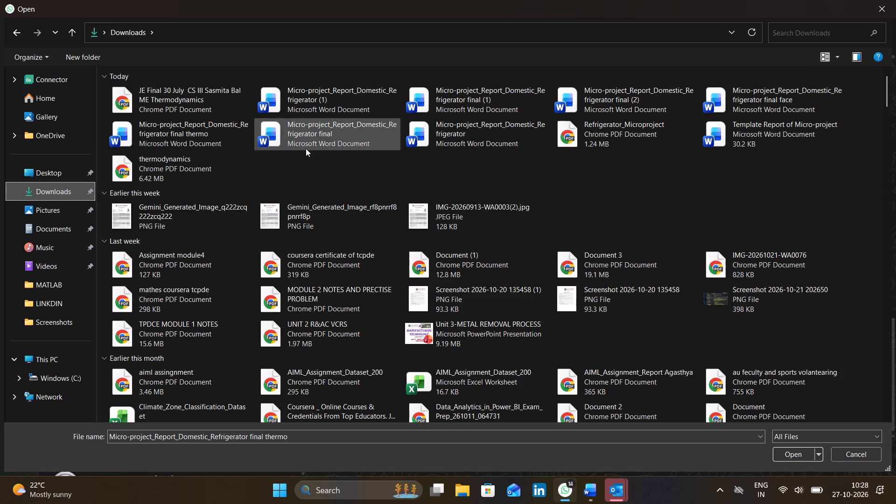
left_click(185, 110)
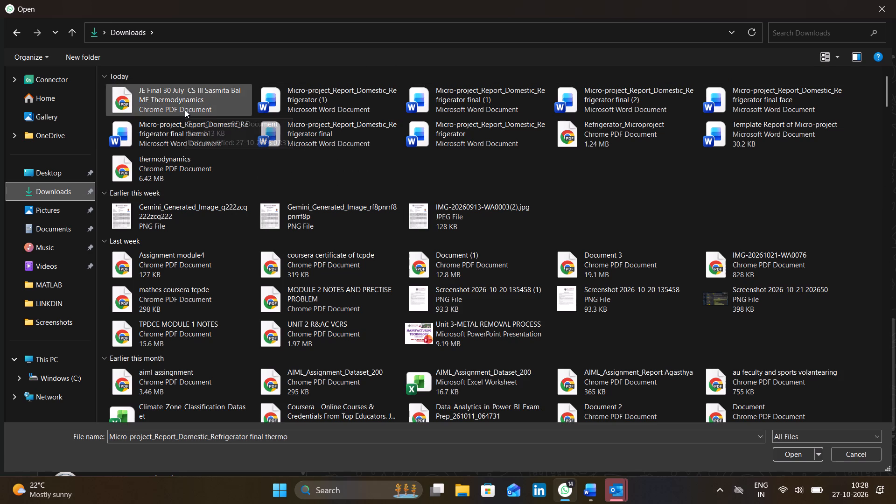
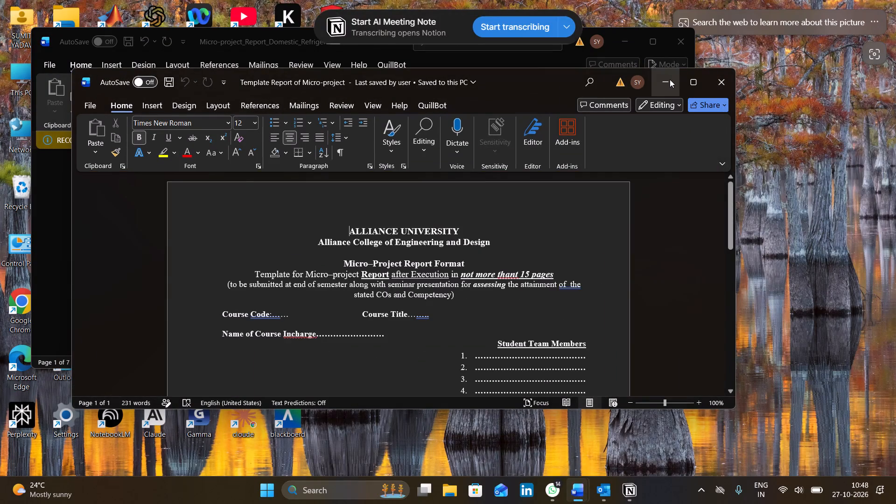
Minimize the micro-project report template and the domestic refrigerator report documents to clear the desktop.
left_click(671, 81)
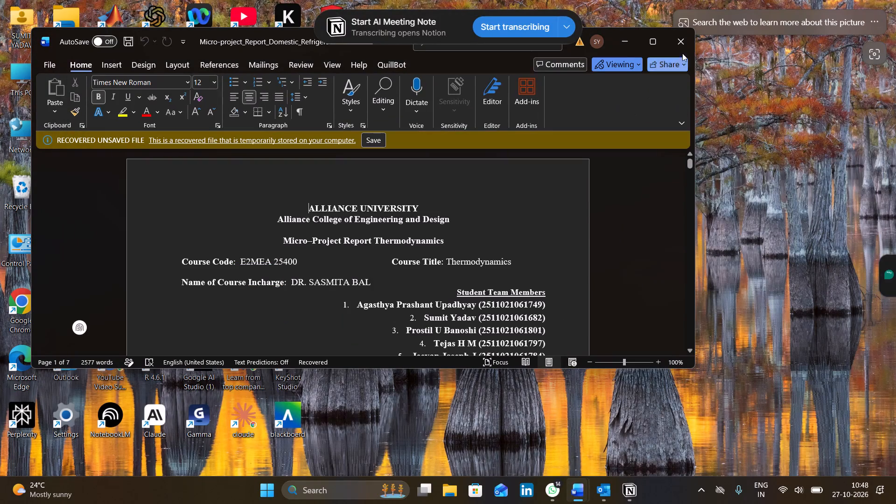
left_click(621, 47)
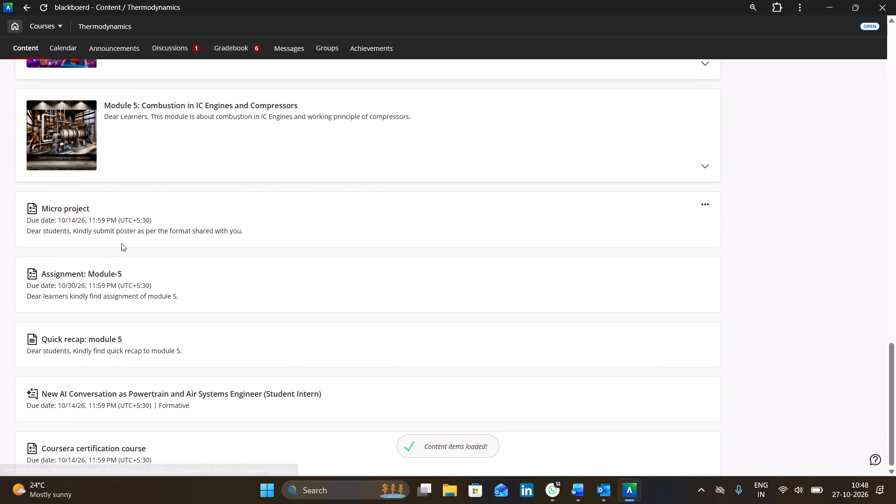
In Blackboard, open the Thermodynamics course gradebook and examine the due dates, statuses and grades of all listed items.
left_click(178, 41)
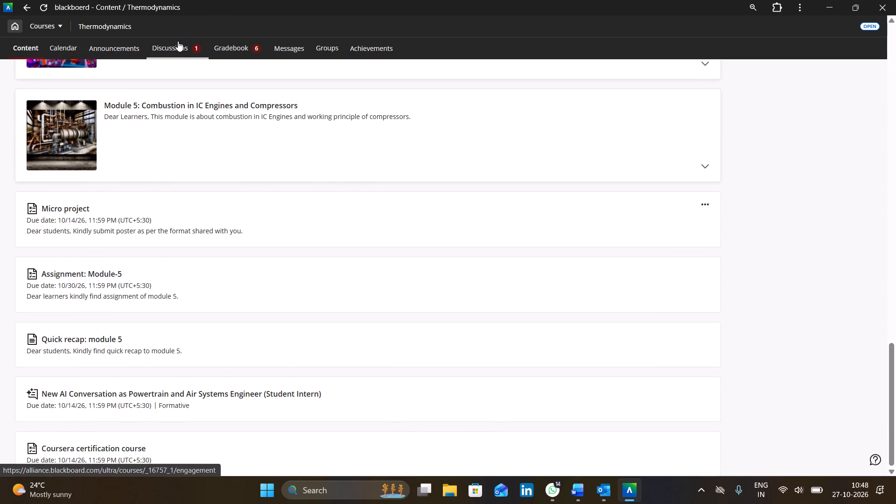
left_click(224, 47)
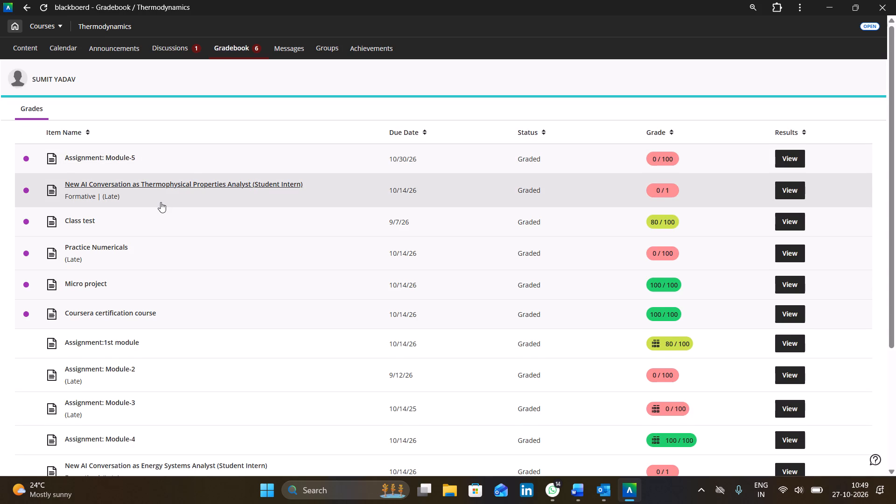
scroll(156, 203, "up", 3)
scroll(156, 203, "down", 5)
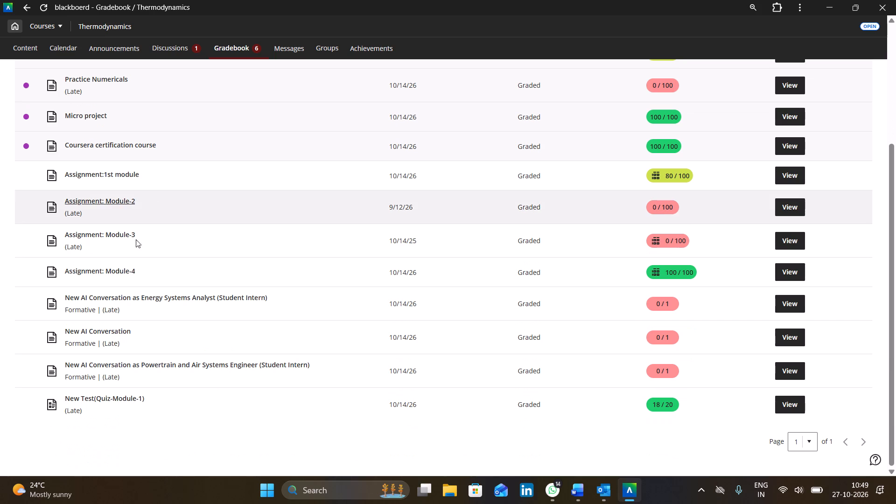
scroll(124, 382, "up", 6)
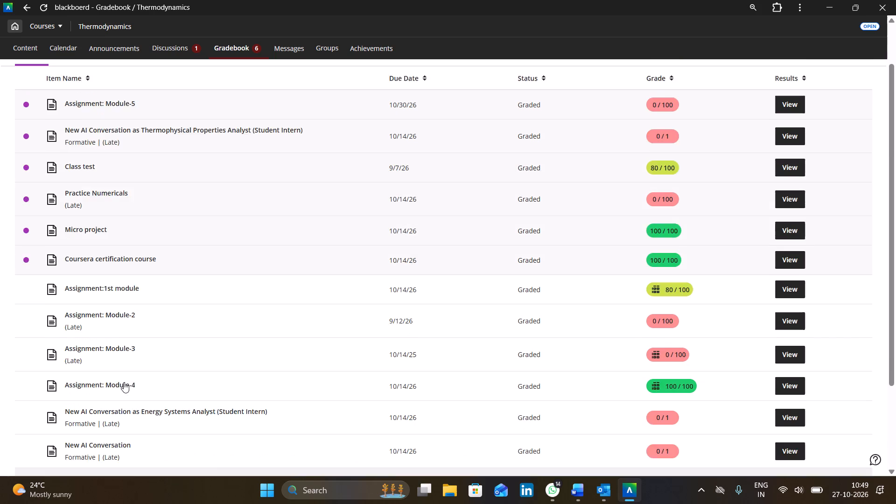
scroll(124, 382, "down", 9)
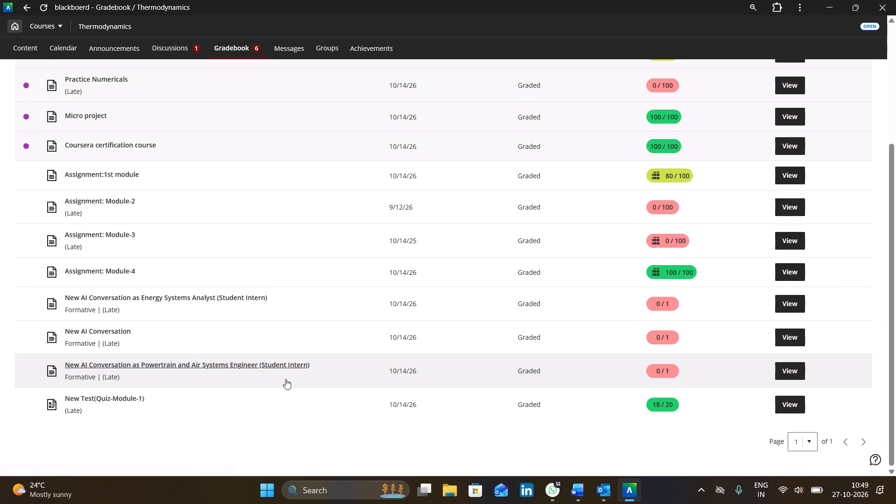
scroll(286, 379, "up", 1)
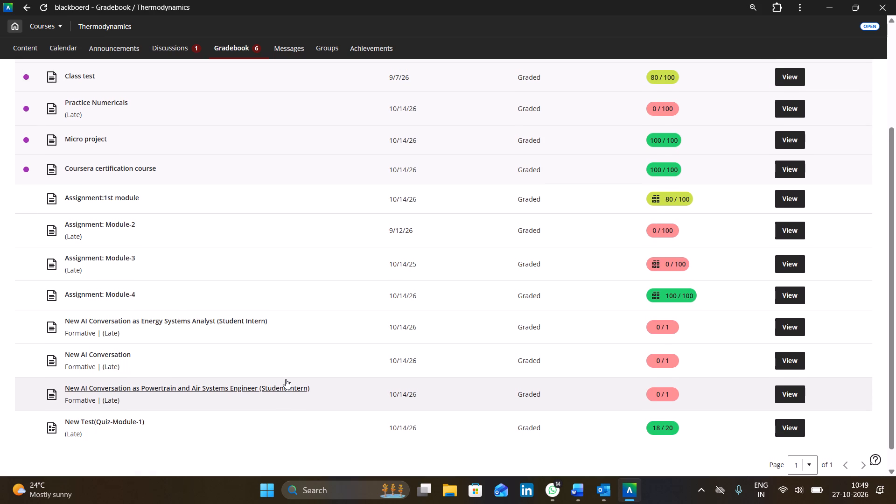
scroll(286, 379, "up", 1)
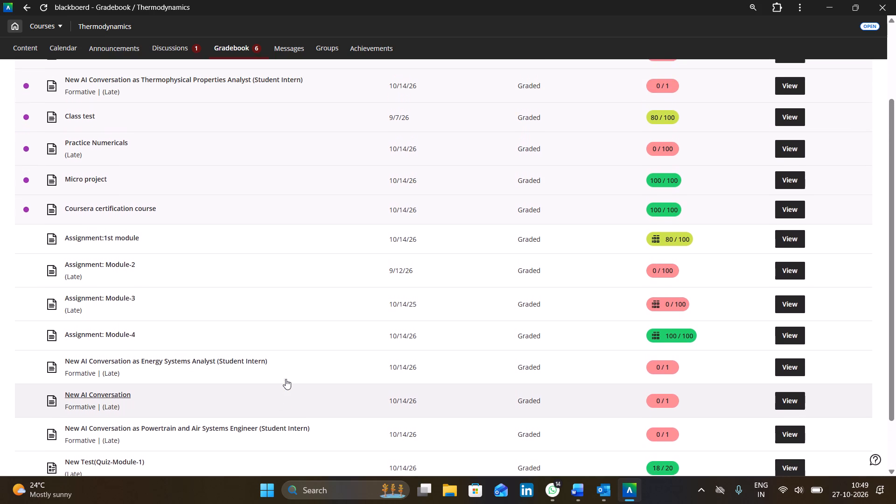
scroll(286, 379, "up", 1)
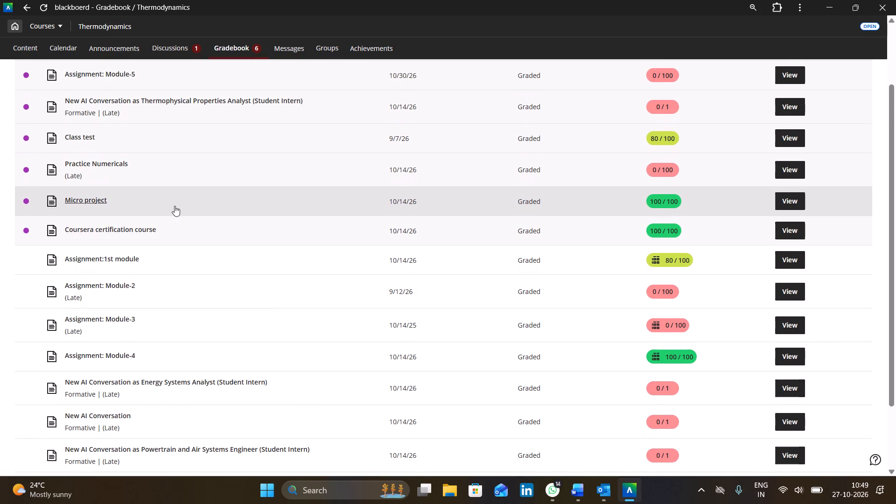
scroll(175, 206, "up", 1)
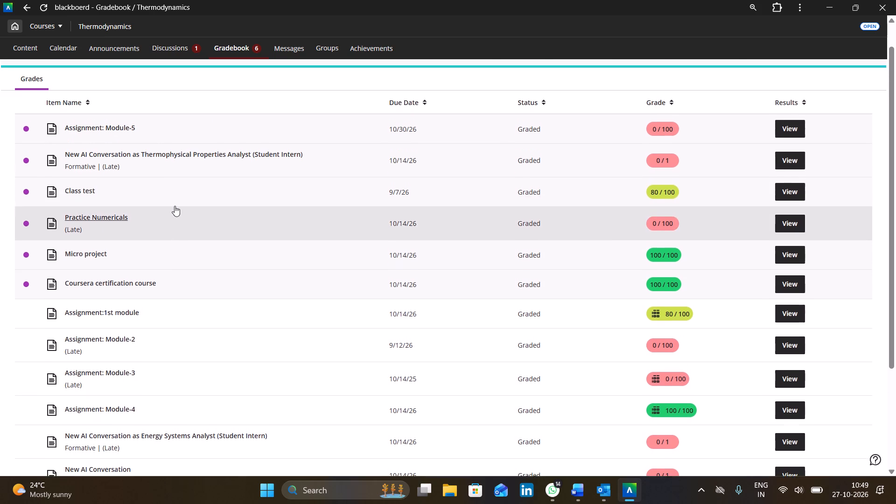
Finish checking the Thermodynamics gradebook and minimize the Blackboard window to return to the desktop.
scroll(175, 206, "up", 4)
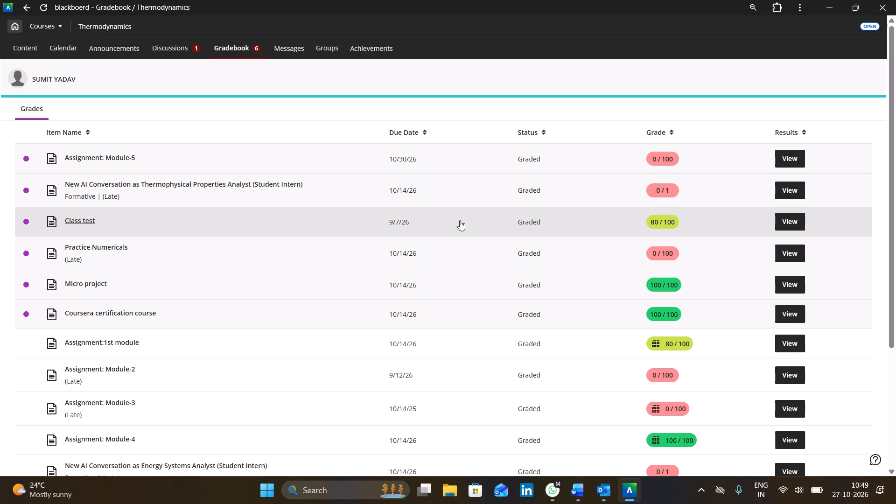
left_click(835, 7)
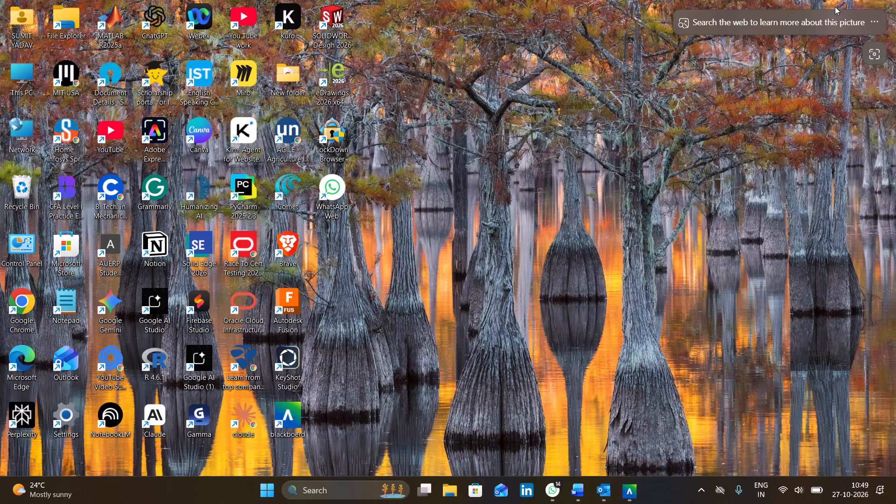
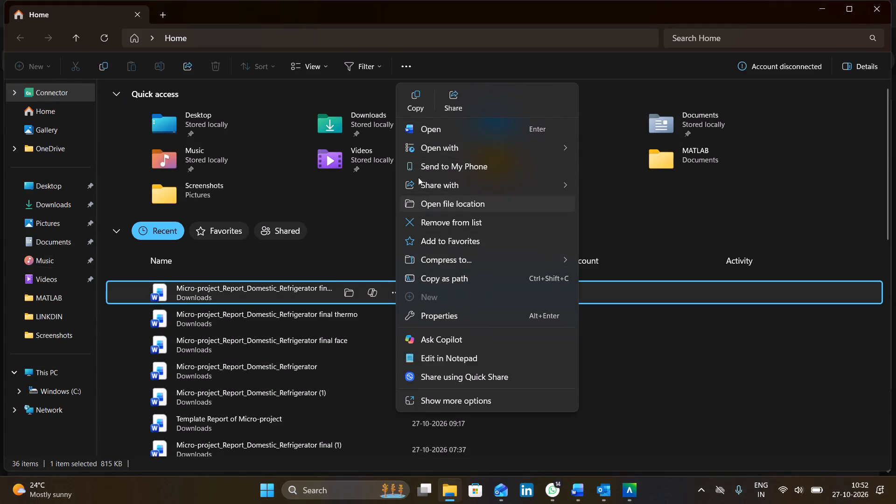
Copy the most recently accessed Domestic Refrigerator micro-project report Word file from the Recent files list.
left_click(418, 104)
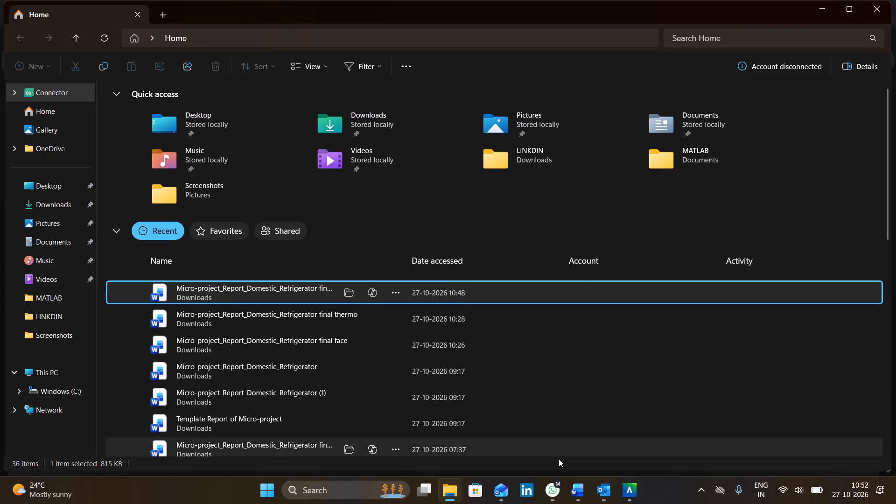
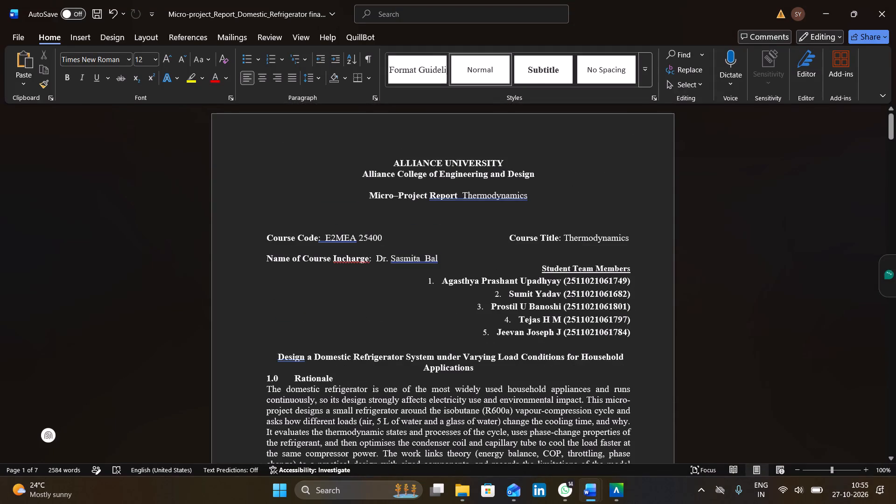
Save the domestic refrigerator micro-project report in Word under its existing file name.
key("ctrl+s")
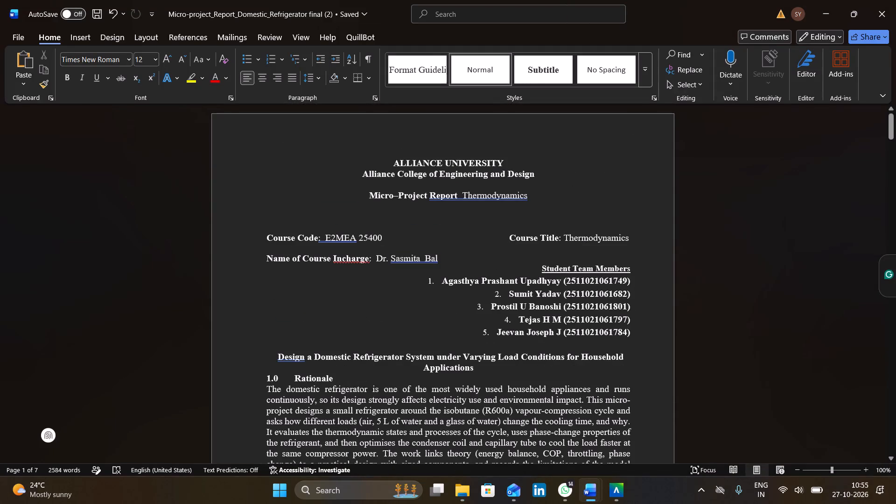
key("ctrl+s")
left_click(99, 17)
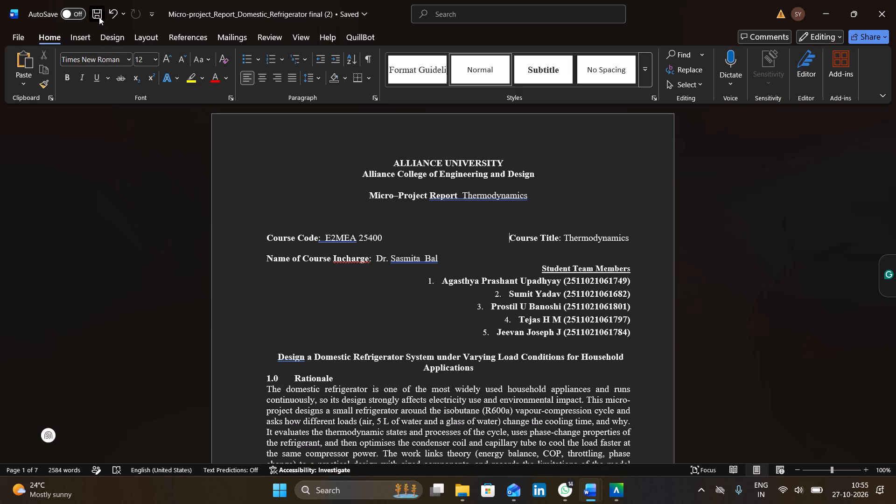